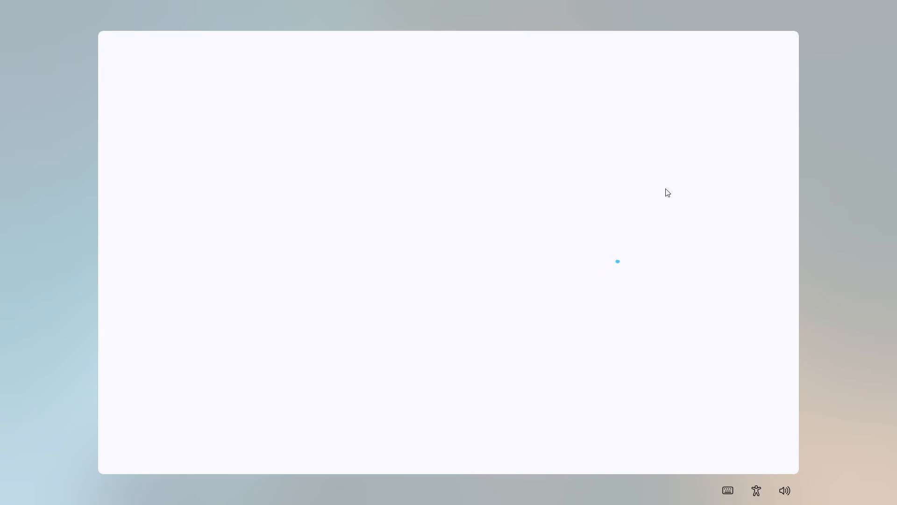
# Dismiss the full-screen Windows setup page and return to the desktop.
pyautogui.press('Escape')
pyautogui.scroll(-4, 655, 455)
pyautogui.tripleClick(558, 402)
pyautogui.click(558, 402)
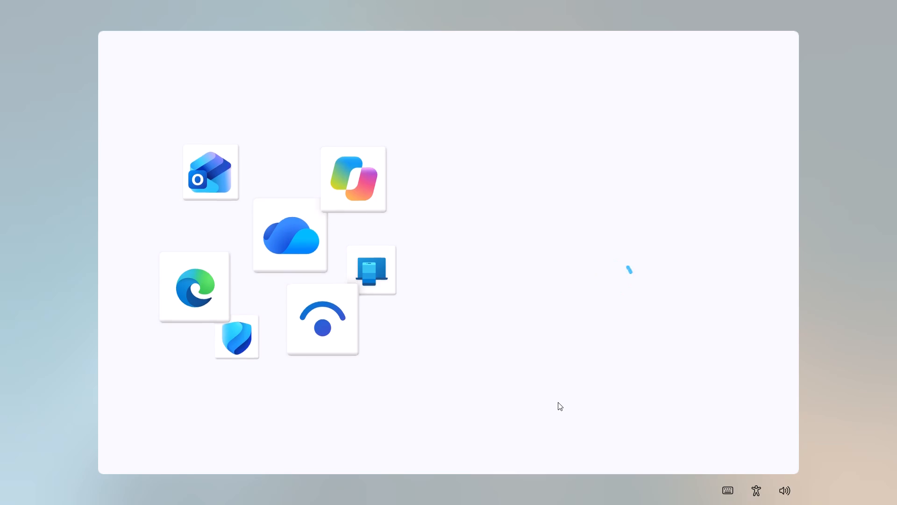
pyautogui.press('Escape')
pyautogui.press('Escape')
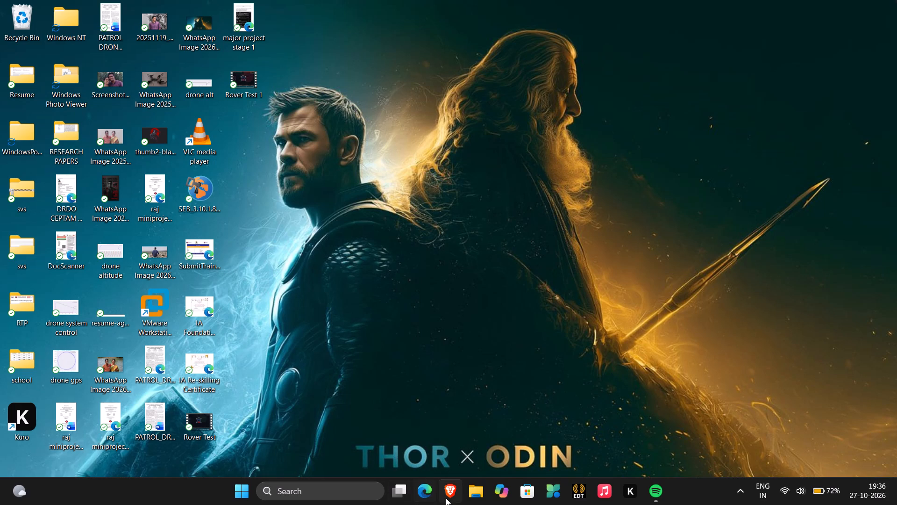
# Switch to Brave and enter the search query "google meet linl for 7" in a new tab.
pyautogui.click(446, 498)
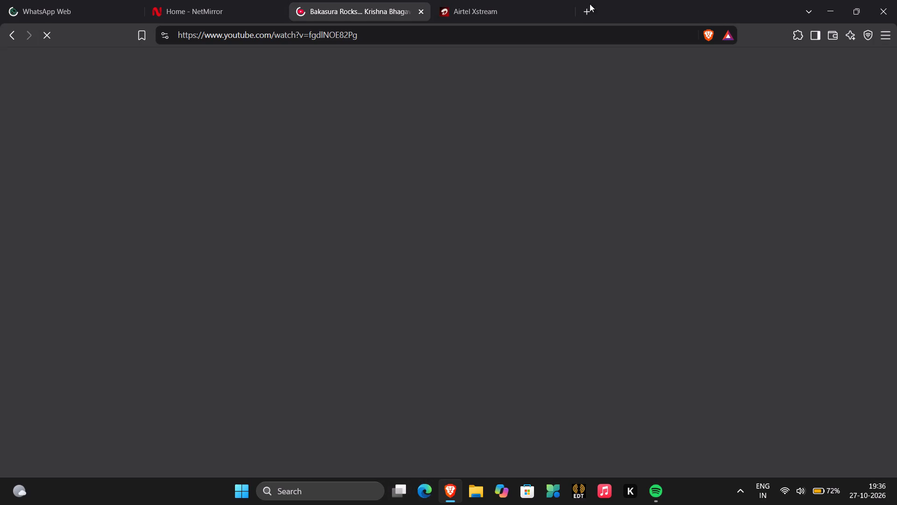
pyautogui.click(585, 7)
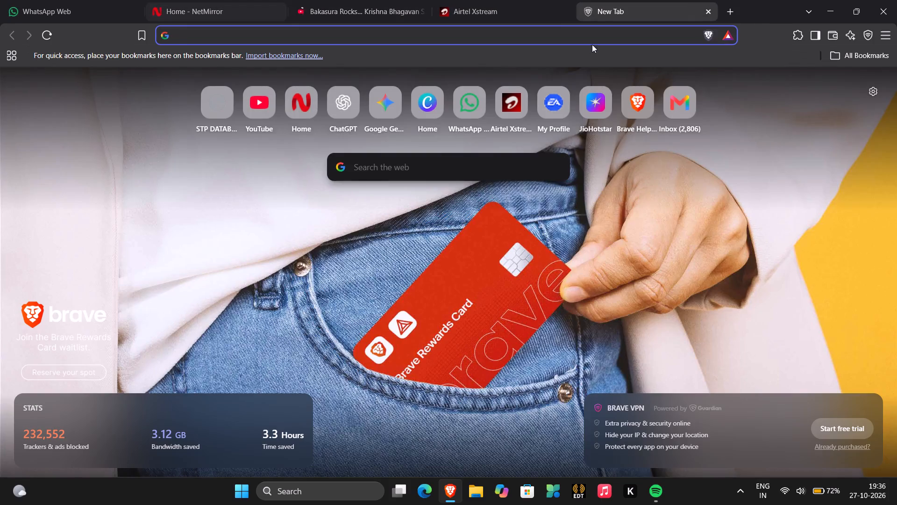
pyautogui.write('google meet linl for')
pyautogui.press('space')
pyautogui.press('7')
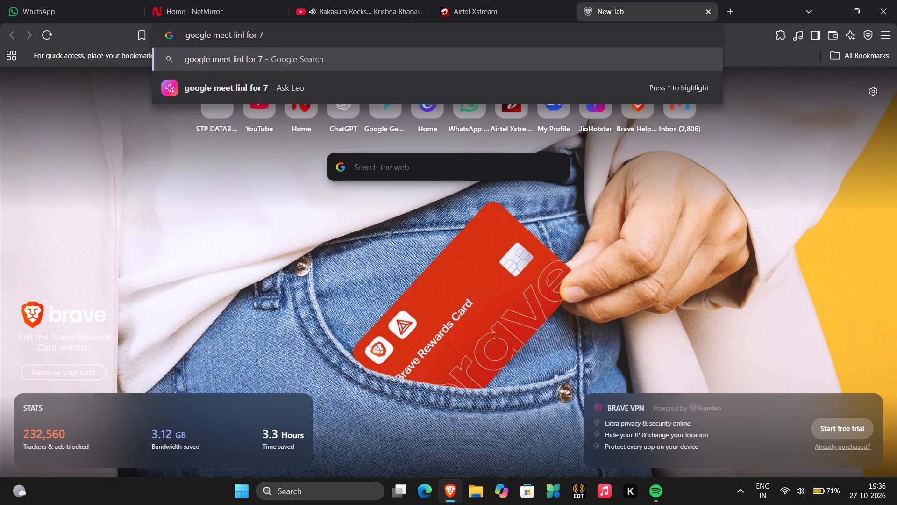
# Pause the Bakasura Rocks video playing in the YouTube tab.
pyautogui.click(332, 1)
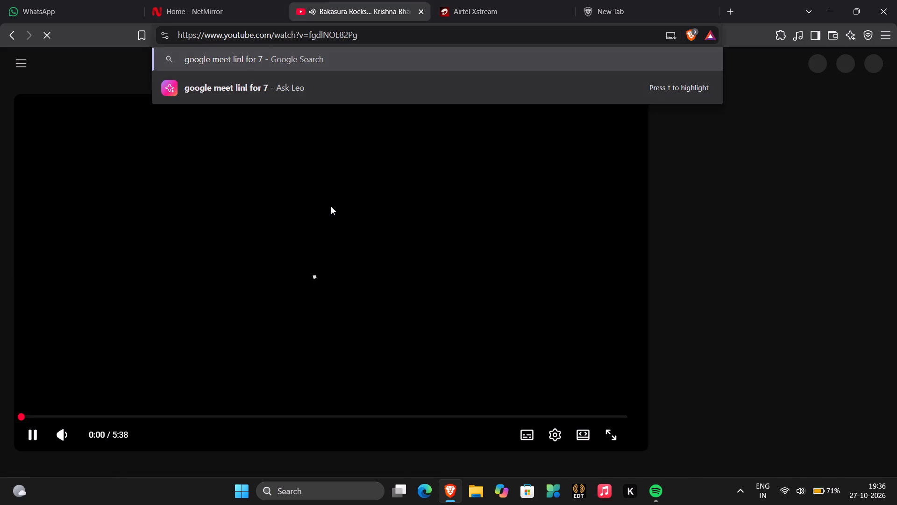
pyautogui.click(331, 206)
# Return to the new tab and extend the search query to "google meet linl for 7 day".
pyautogui.click(629, 10)
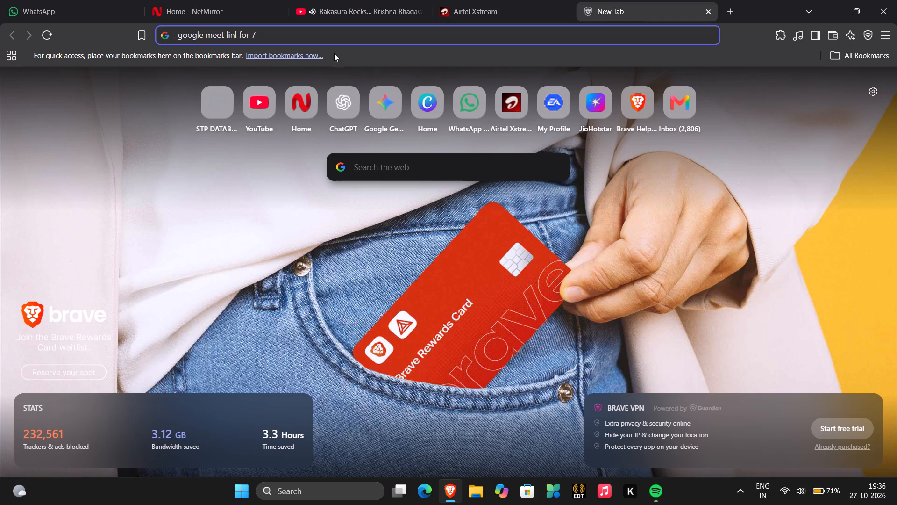
pyautogui.press('space')
pyautogui.write('day')
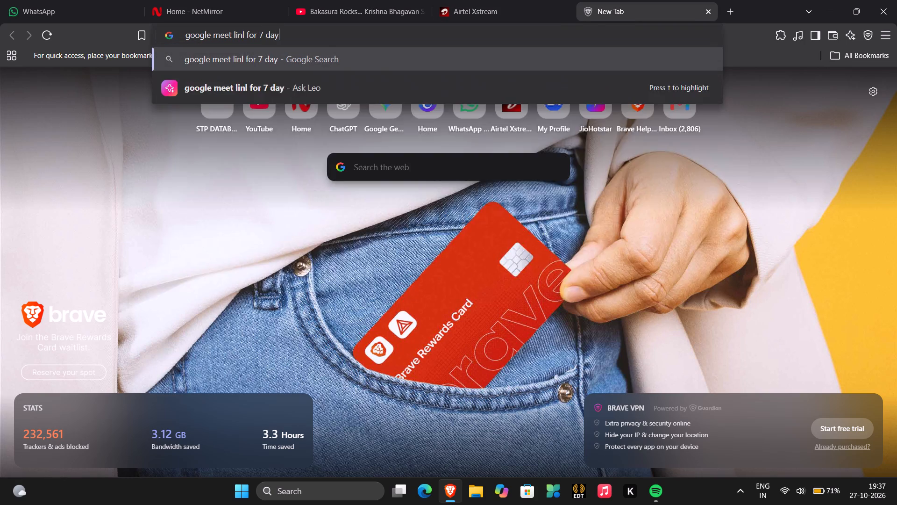
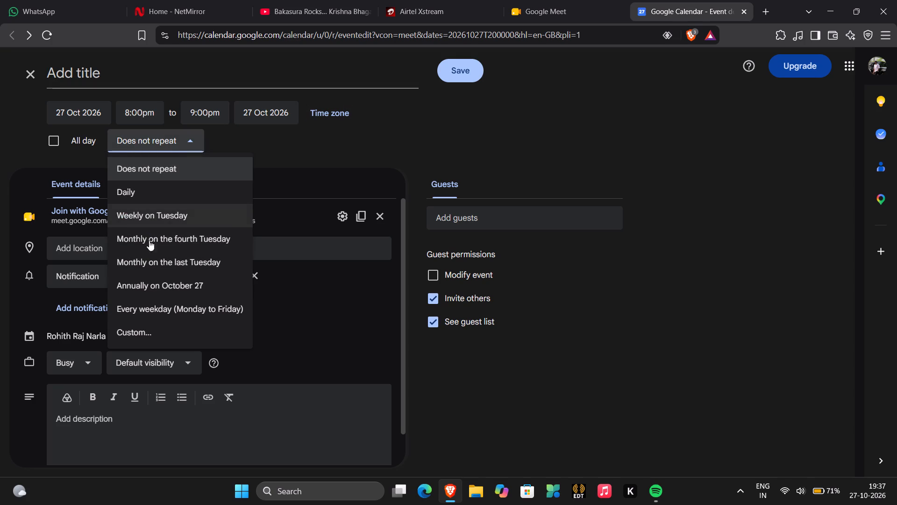
pyautogui.click(159, 312)
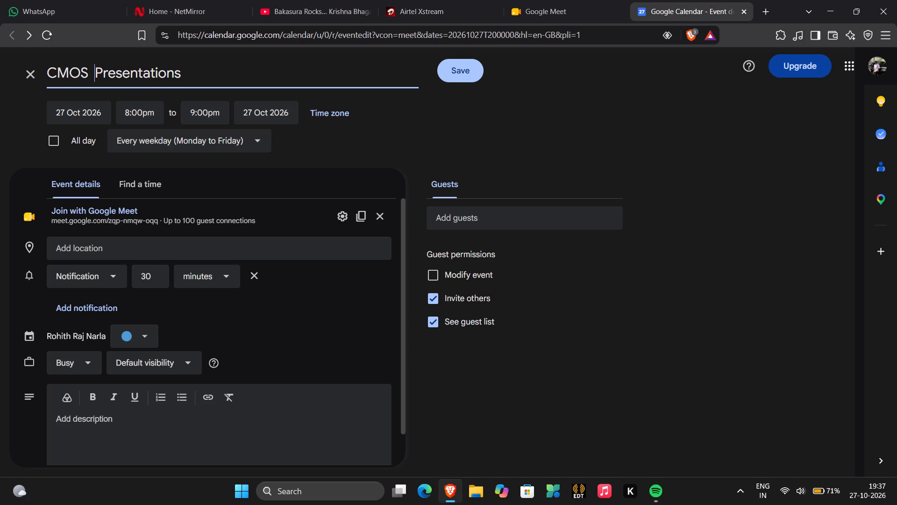
pyautogui.write('AIC')
pyautogui.hotkey('shift', 'd')
pyautogui.press('Left')
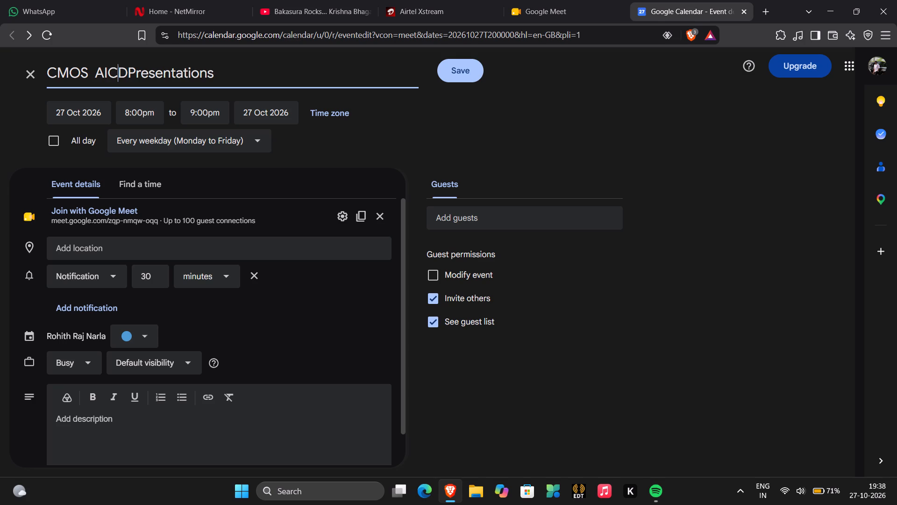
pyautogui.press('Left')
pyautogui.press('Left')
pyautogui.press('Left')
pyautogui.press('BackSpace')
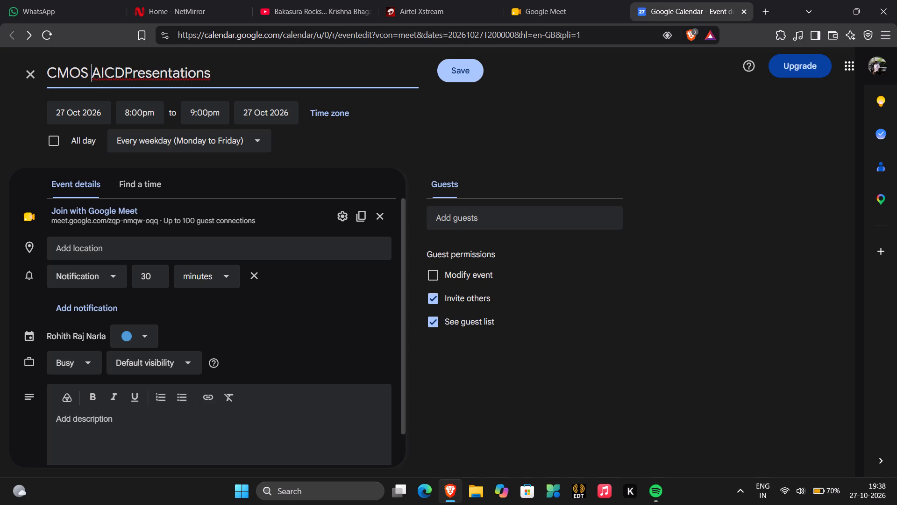
# Add a space between "AICD" and "Presentations" in the event title and save the event.
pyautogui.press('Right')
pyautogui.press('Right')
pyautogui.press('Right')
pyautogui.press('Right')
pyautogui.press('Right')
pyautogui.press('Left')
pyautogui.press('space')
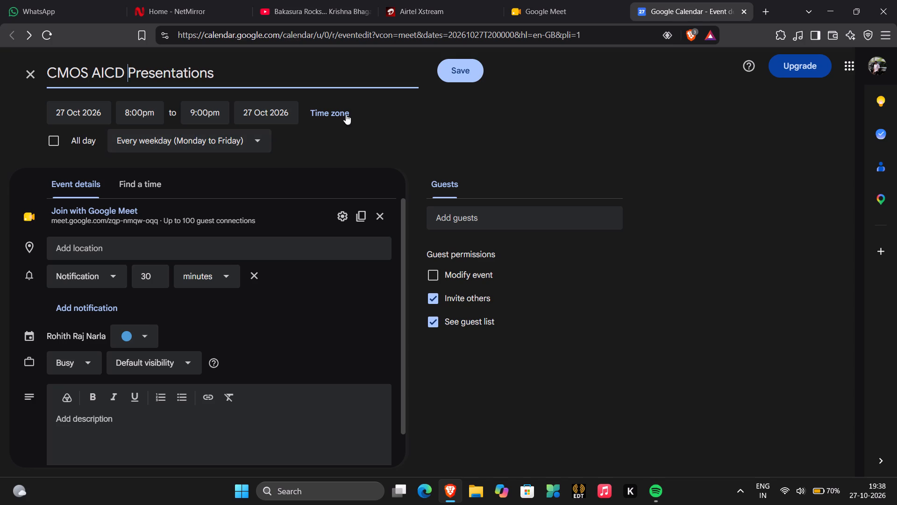
pyautogui.click(455, 73)
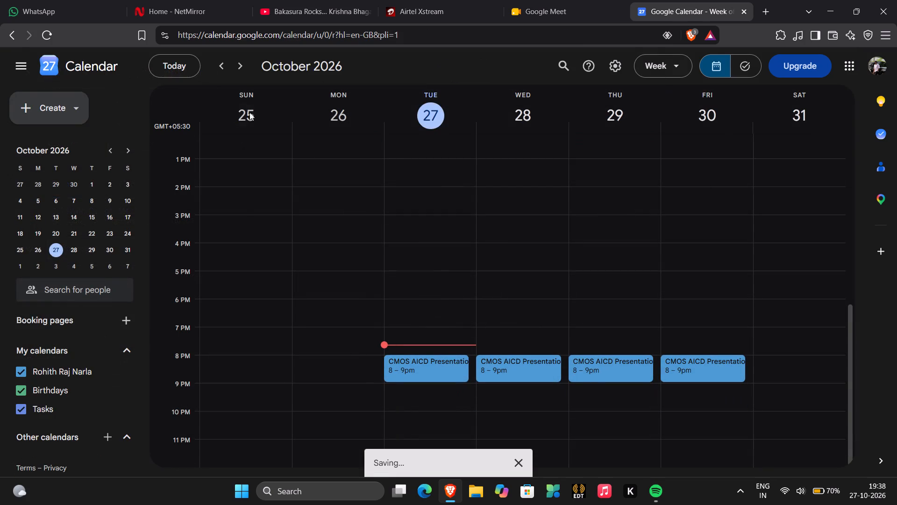